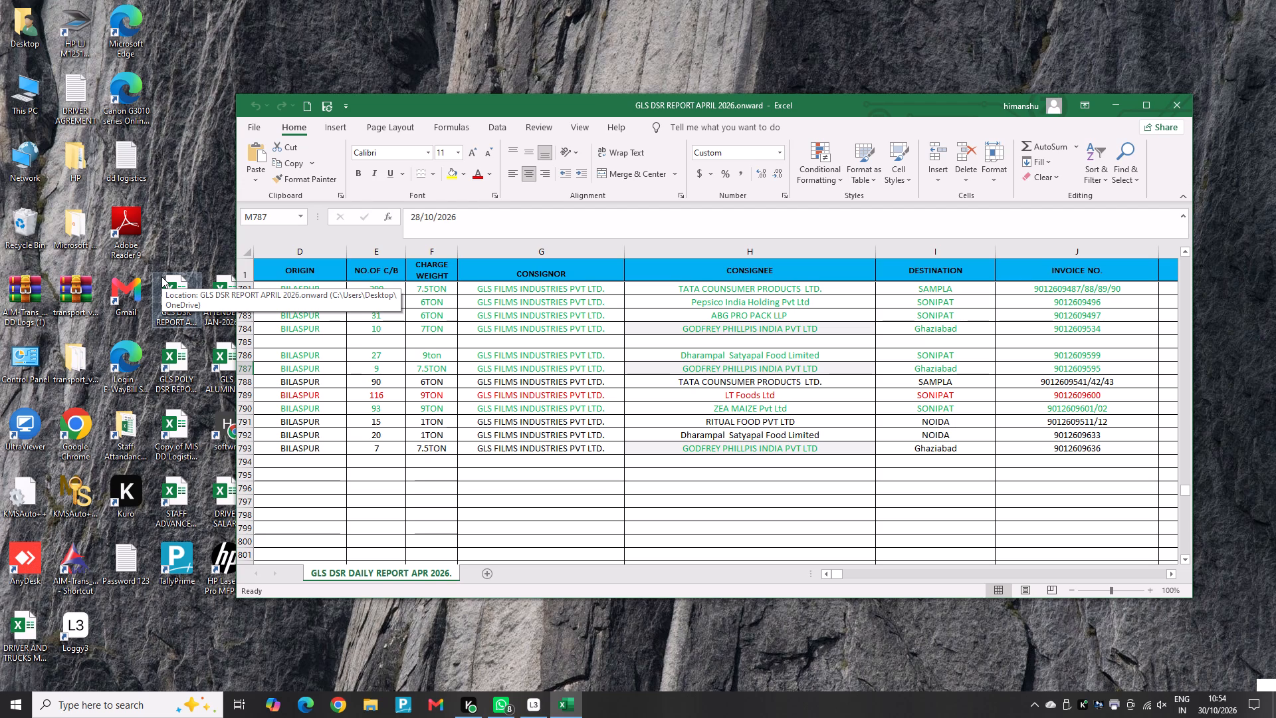
Maximize the GLS DSR report and examine the latest consignment rows, from consignee across to delivery date, reporting date, detention days and vehicle status.
click(1146, 100)
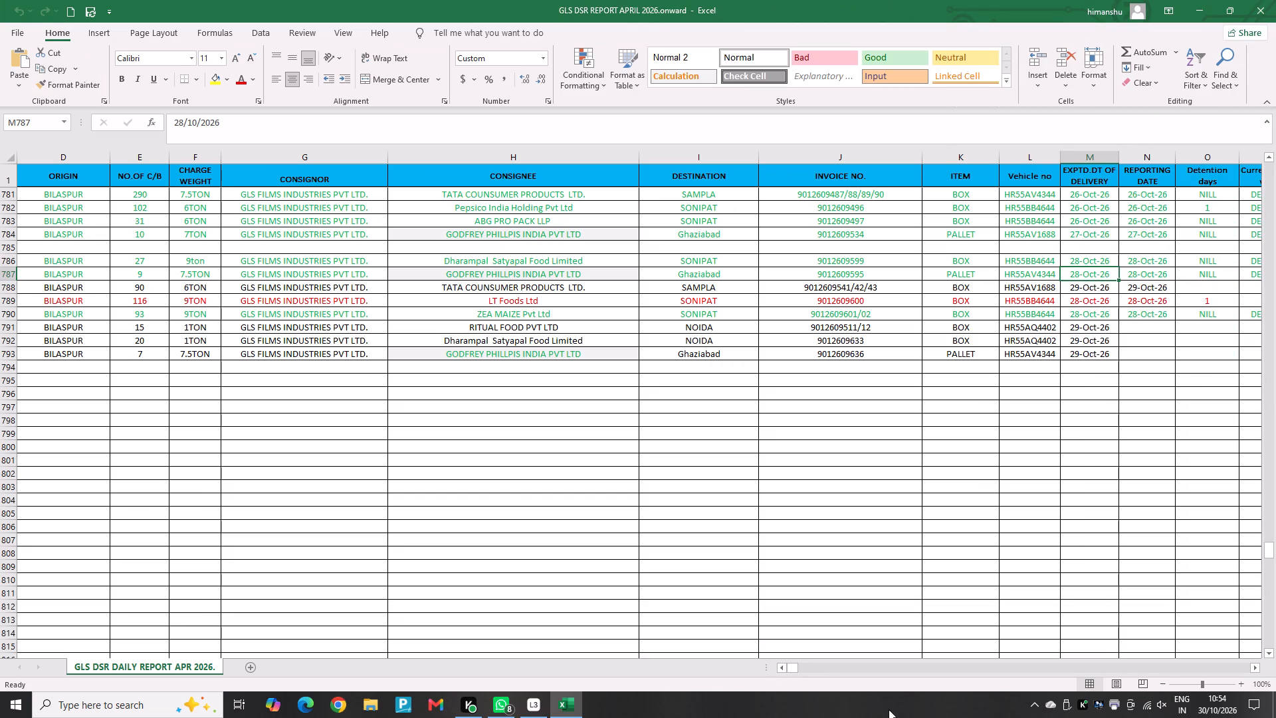
triple_click(782, 669)
double_click(782, 669)
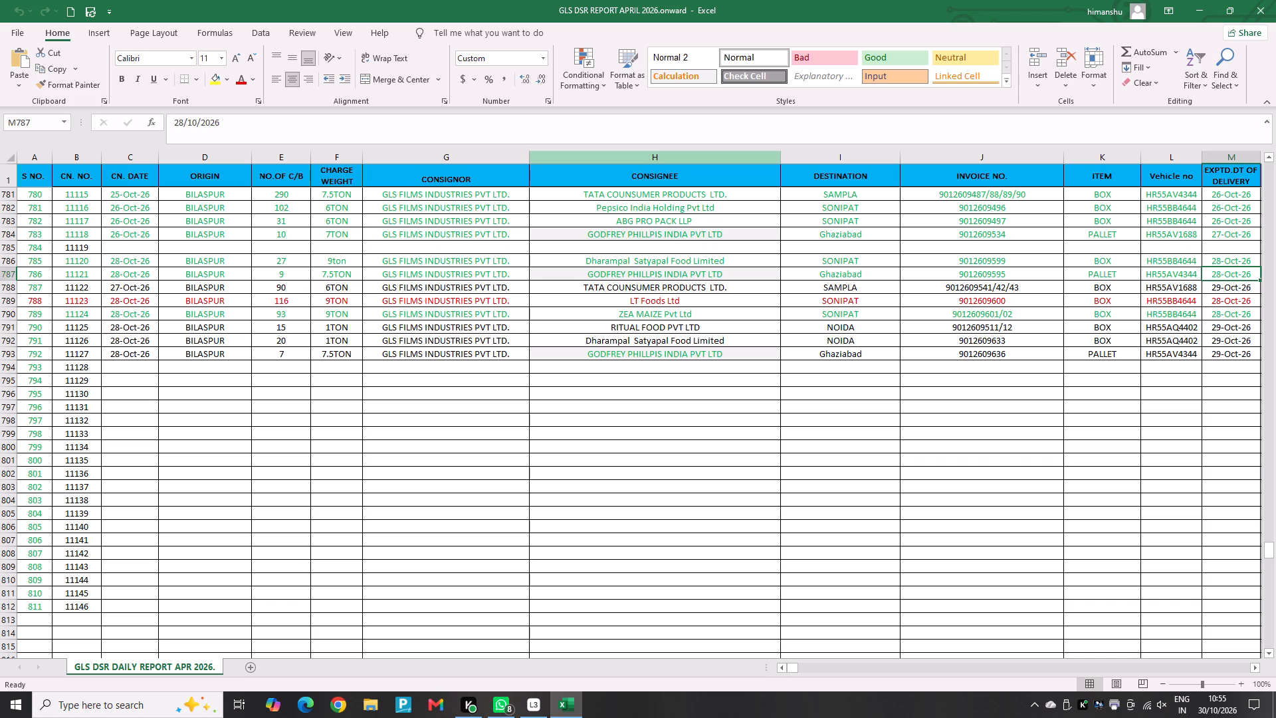
click(635, 299)
key(Down)
key(Right)
key(Right)
key(Right)
key(Right)
key(Right)
key(Right)
key(Right)
key(Right)
key(Right)
key(Right)
key(Right)
key(Right)
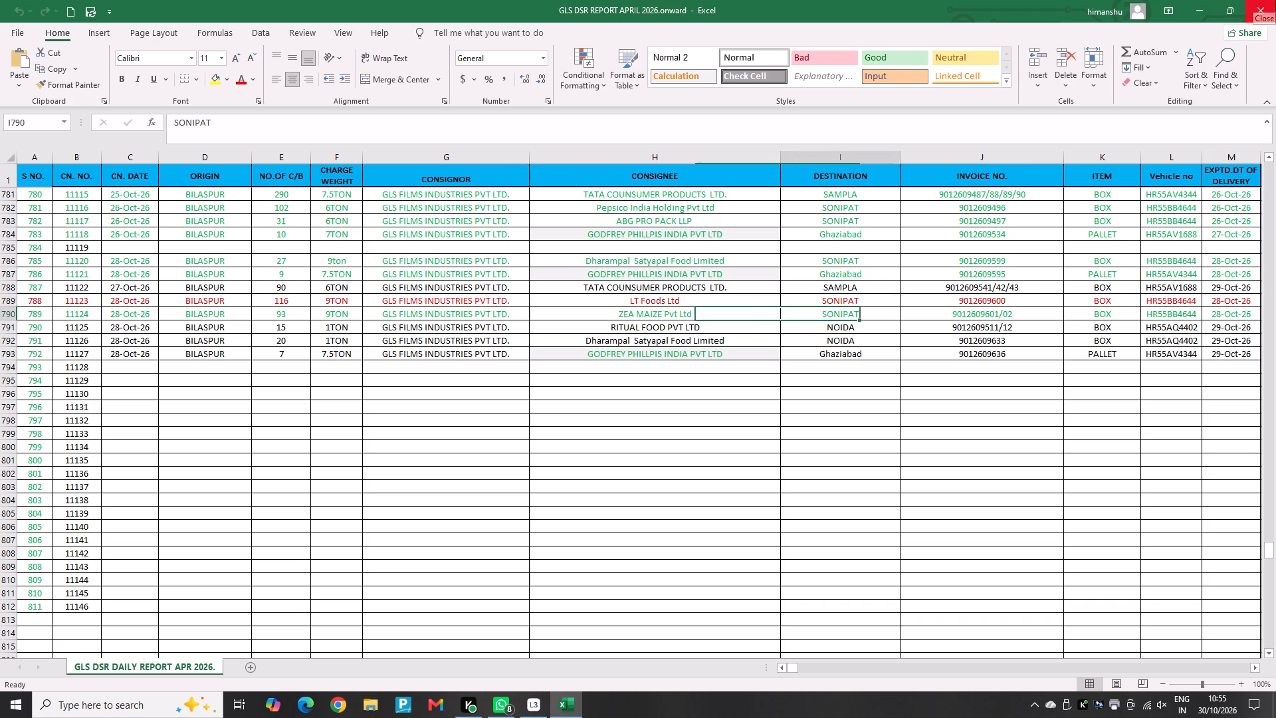
key(Left)
key(Left)
key(Left)
key(Down)
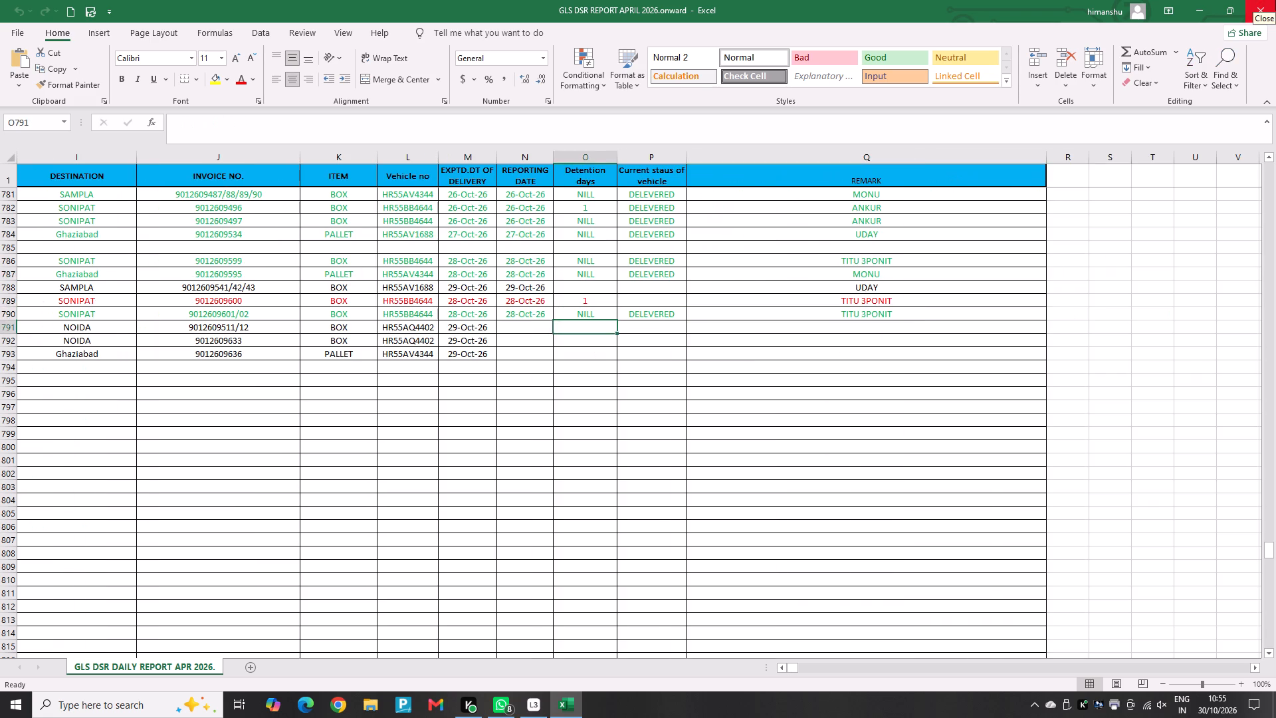
key(Left)
key(Left)
key(Up)
key(Up)
key(Up)
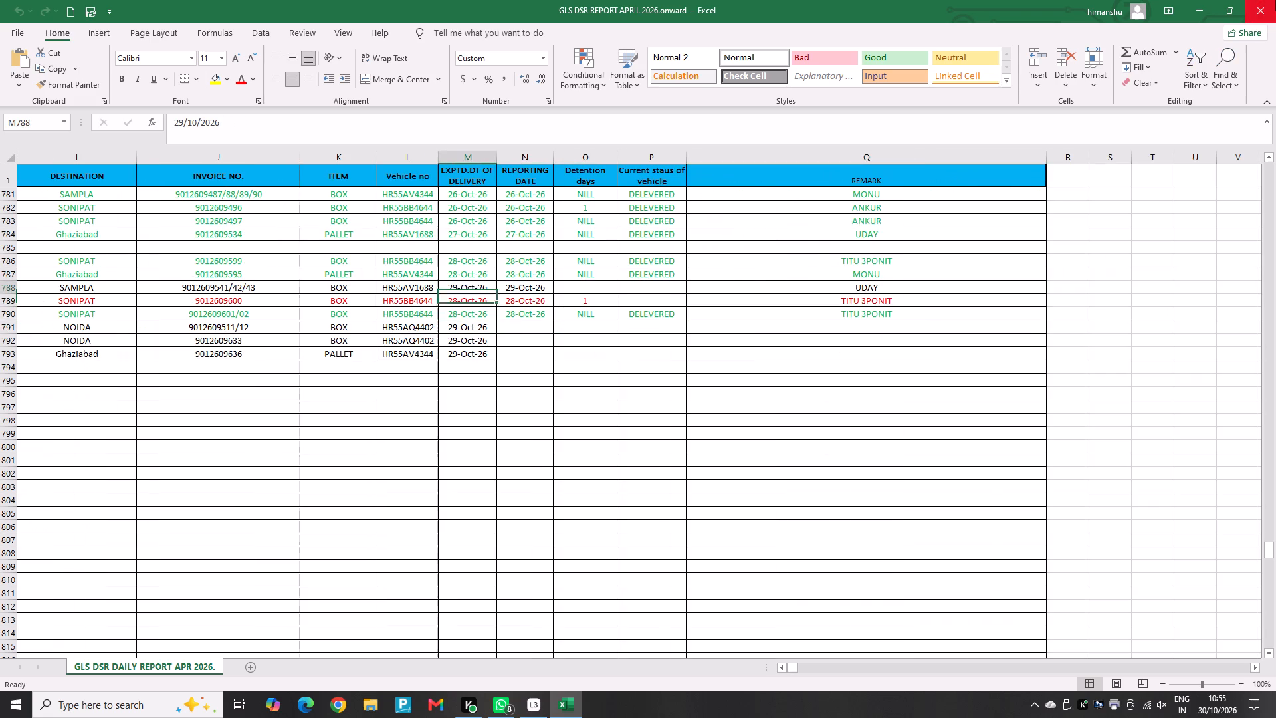
Check the SAMPLA consignment in row 788 across its reporting date, detention days and vehicle number.
key(Right)
key(Right)
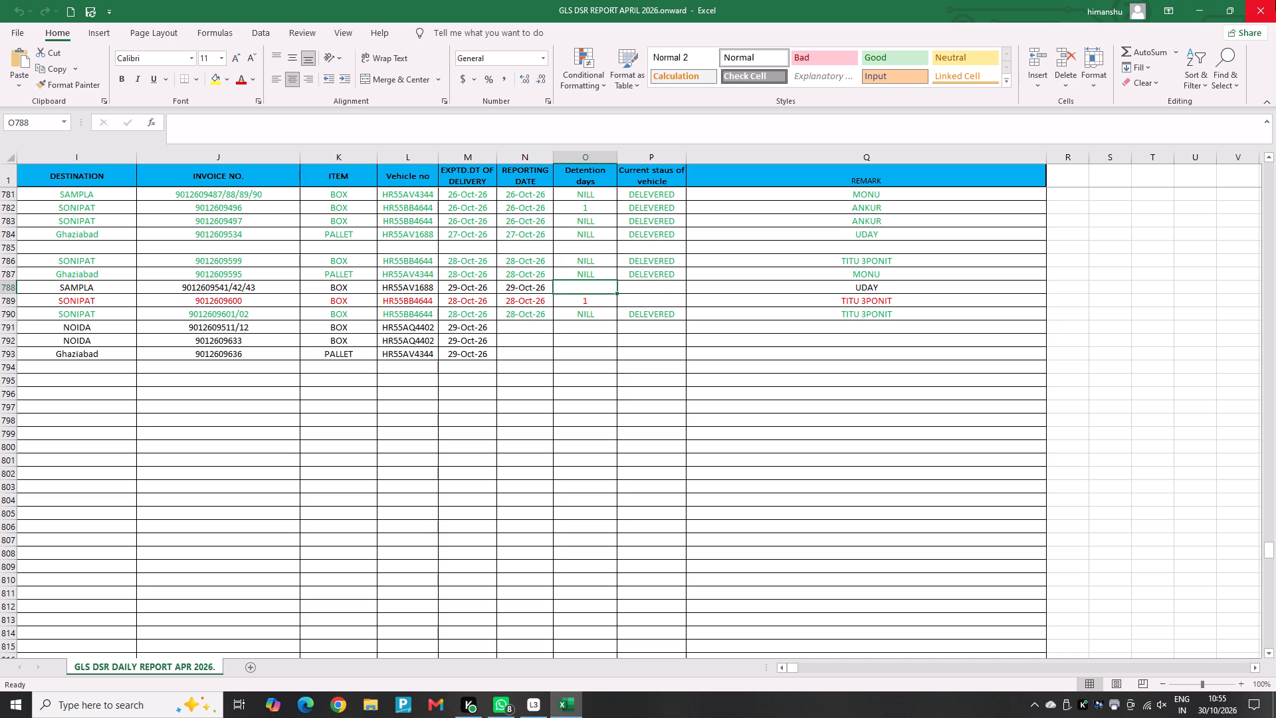
key(Left)
key(Left)
key(Left)
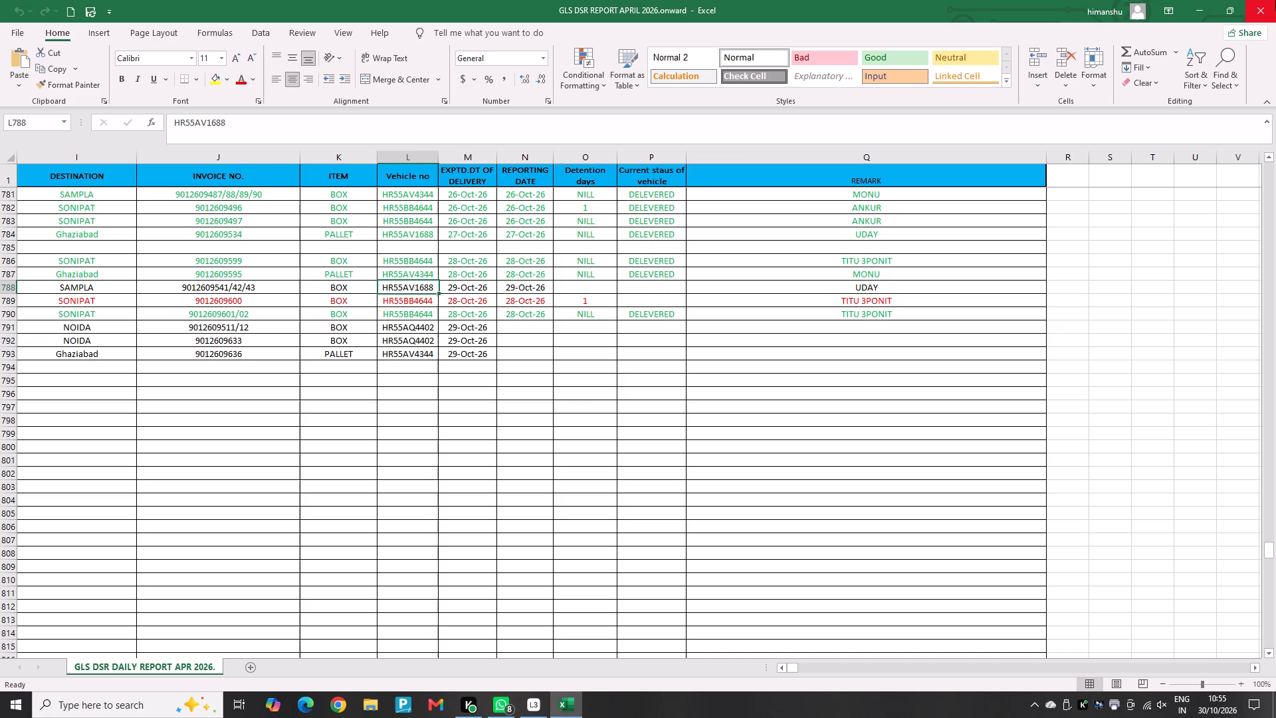
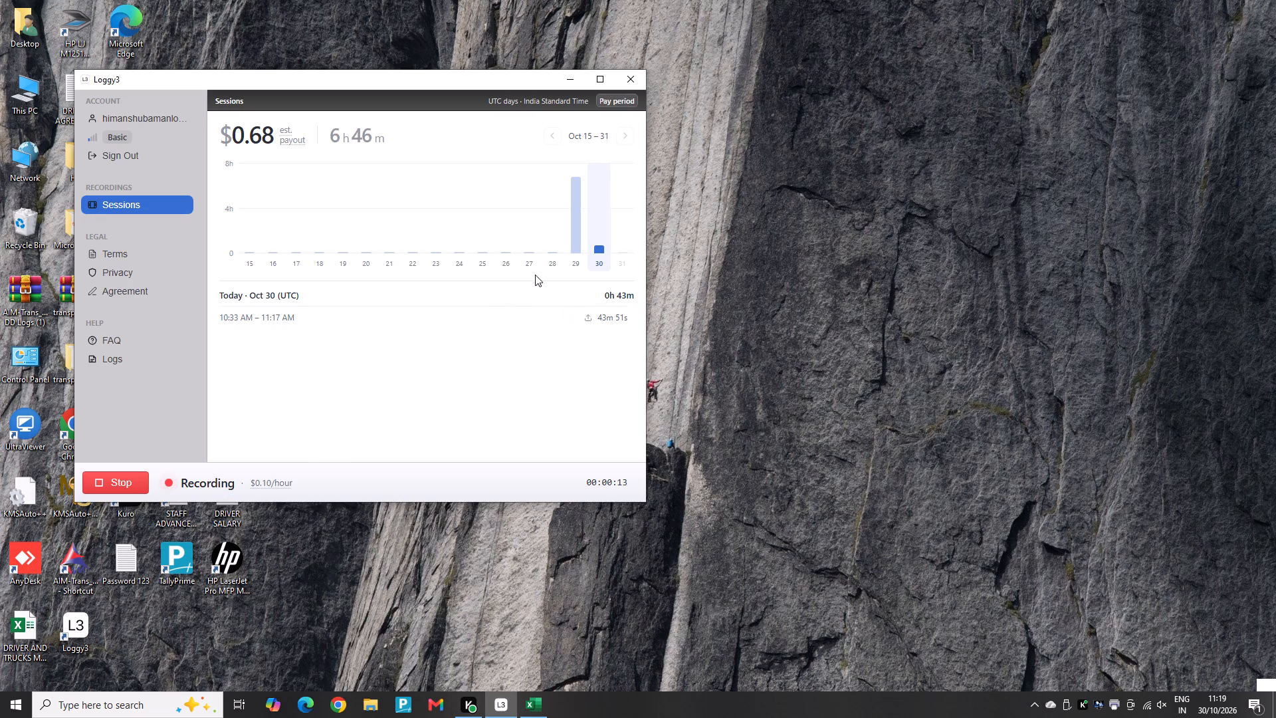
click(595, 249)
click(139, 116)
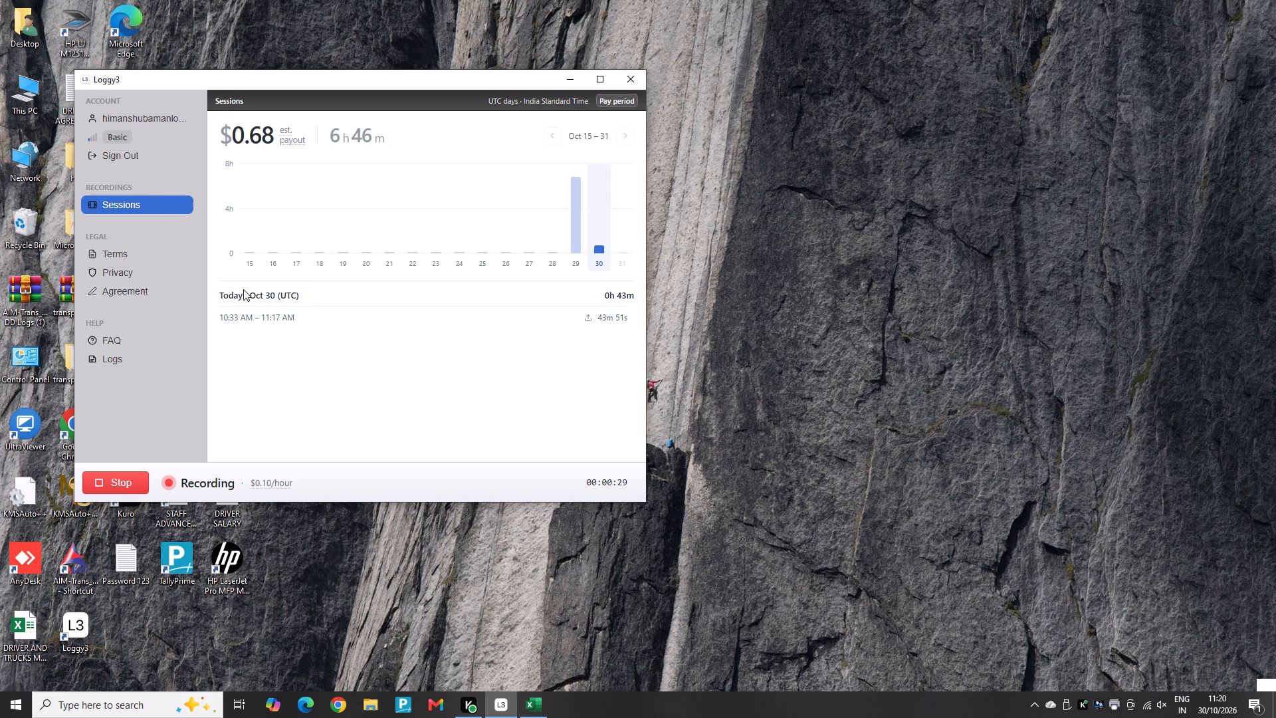